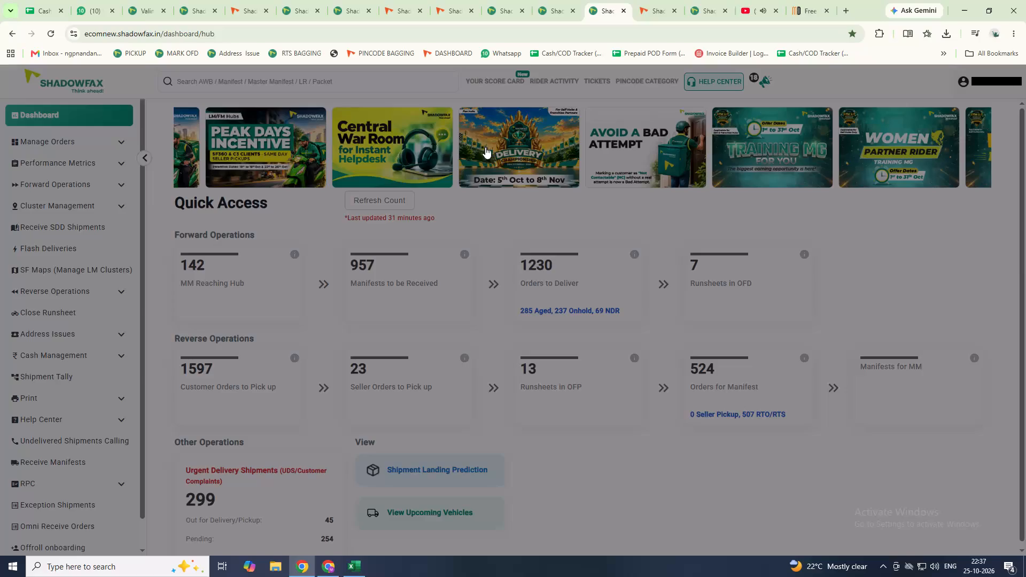
# Close the surplus browser tabs, keeping only the Cash/COD Tracker, WhatsApp, one Shadowfax hub dashboard and the YouTube video.
pyautogui.click(548, 15)
pyautogui.click(507, 15)
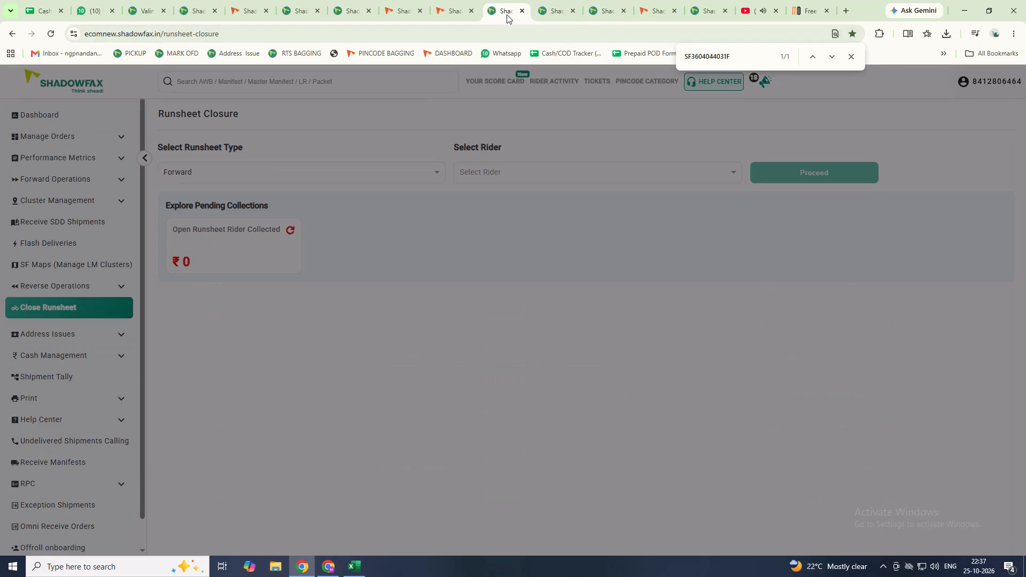
pyautogui.click(155, 7)
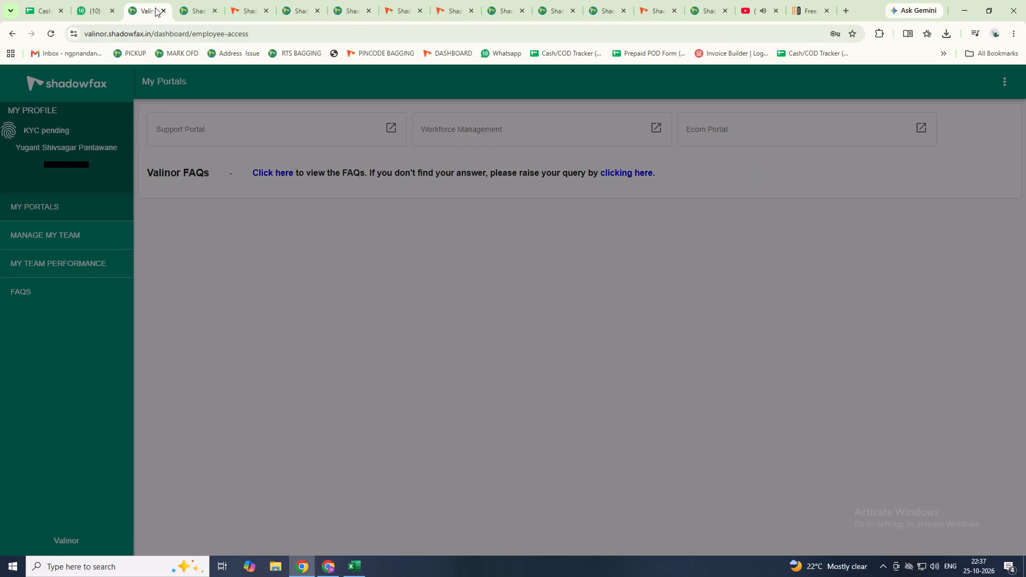
pyautogui.click(165, 9)
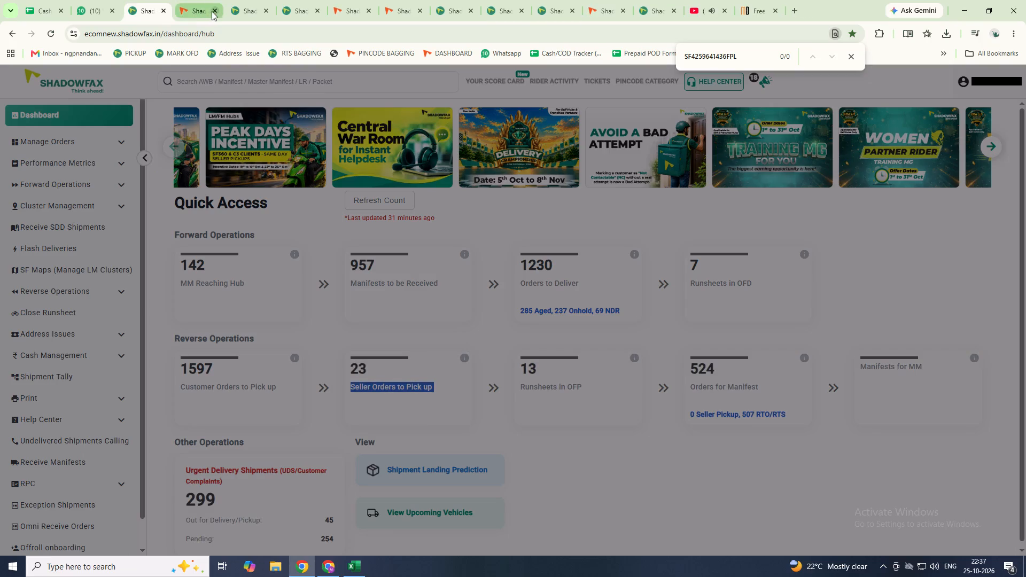
pyautogui.click(216, 12)
pyautogui.tripleClick(216, 12)
pyautogui.tripleClick(216, 12)
pyautogui.tripleClick(218, 11)
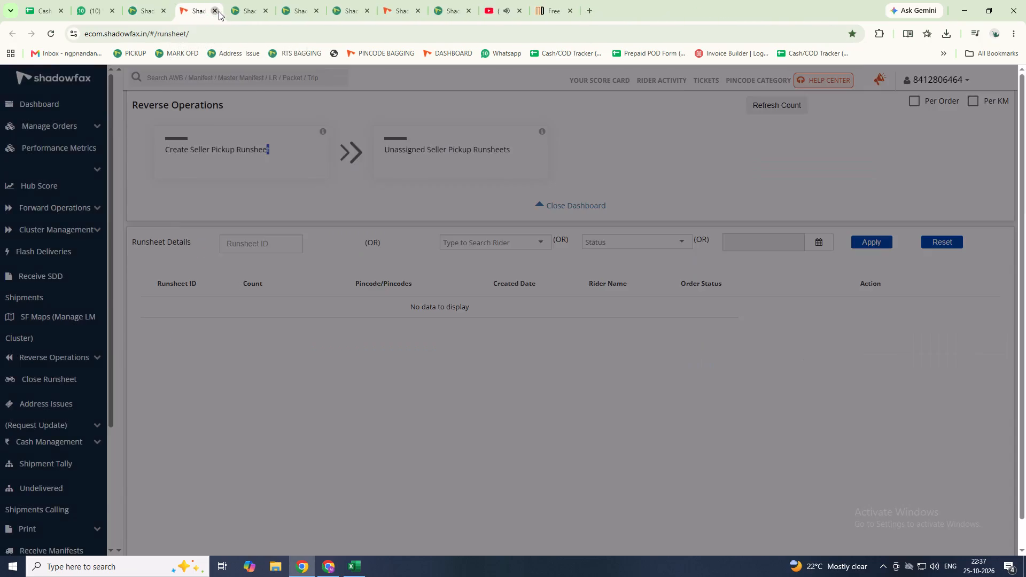
pyautogui.tripleClick(219, 11)
pyautogui.tripleClick(217, 8)
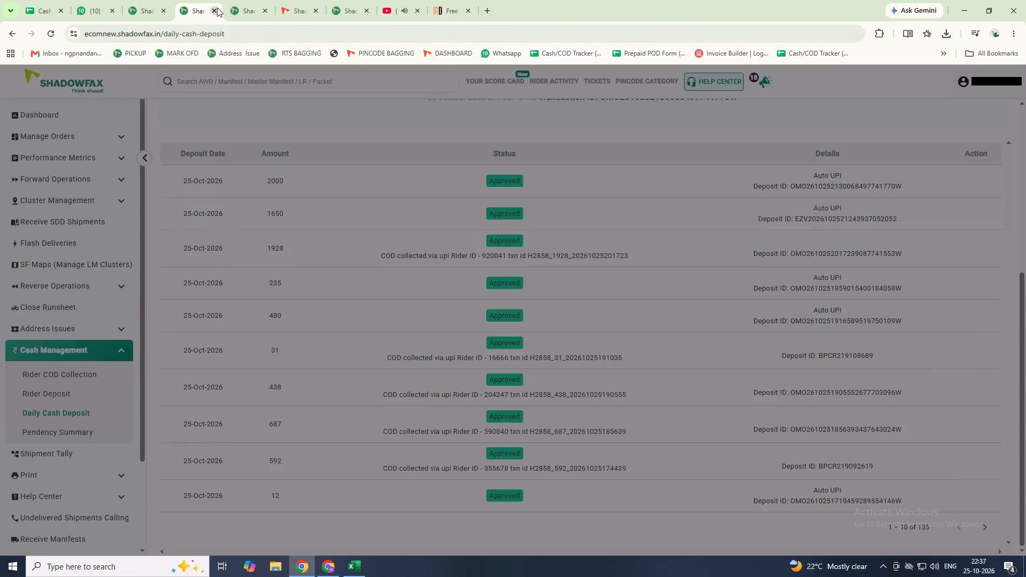
pyautogui.tripleClick(216, 8)
pyautogui.click(215, 10)
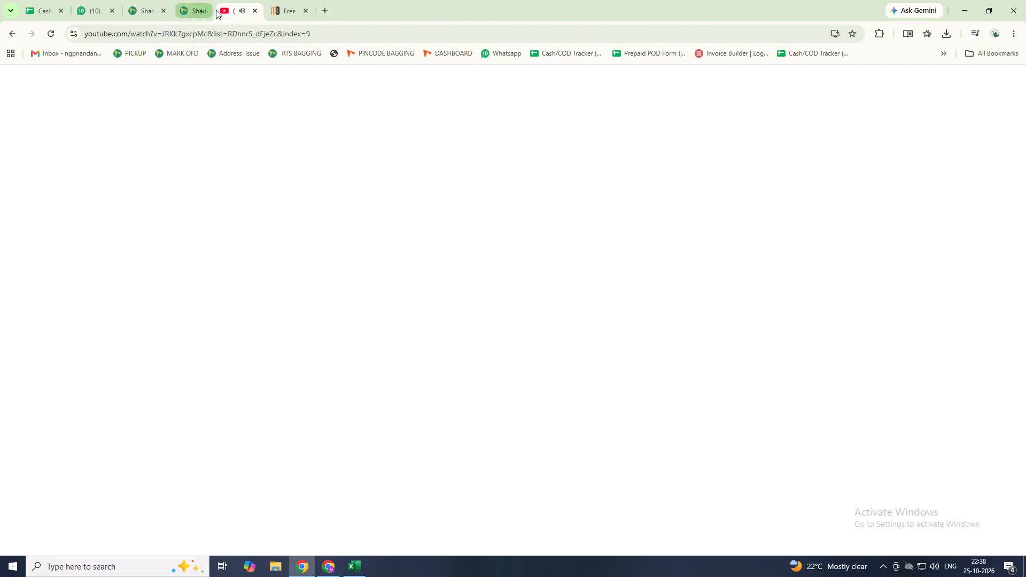
pyautogui.click(262, 11)
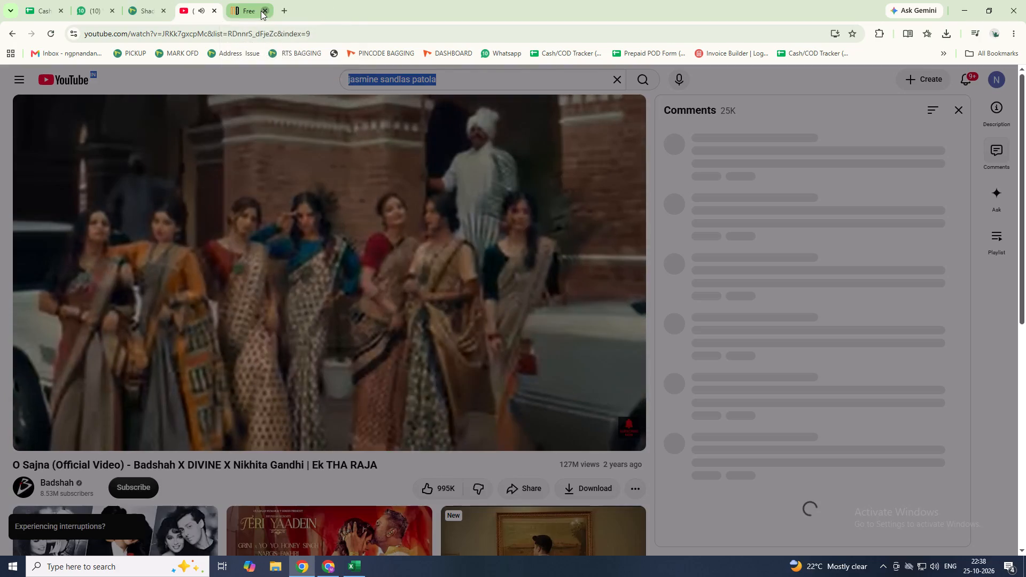
# From the hub dashboard's Reverse Operations, open Orders for Manifest through to the manifest creation page and activate its scan field.
pyautogui.click(323, 13)
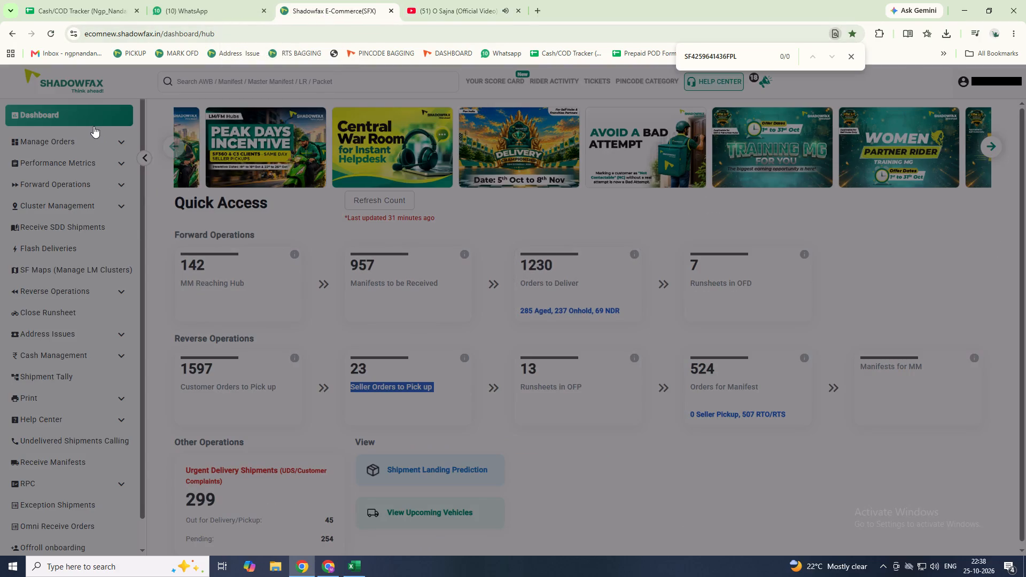
pyautogui.click(89, 112)
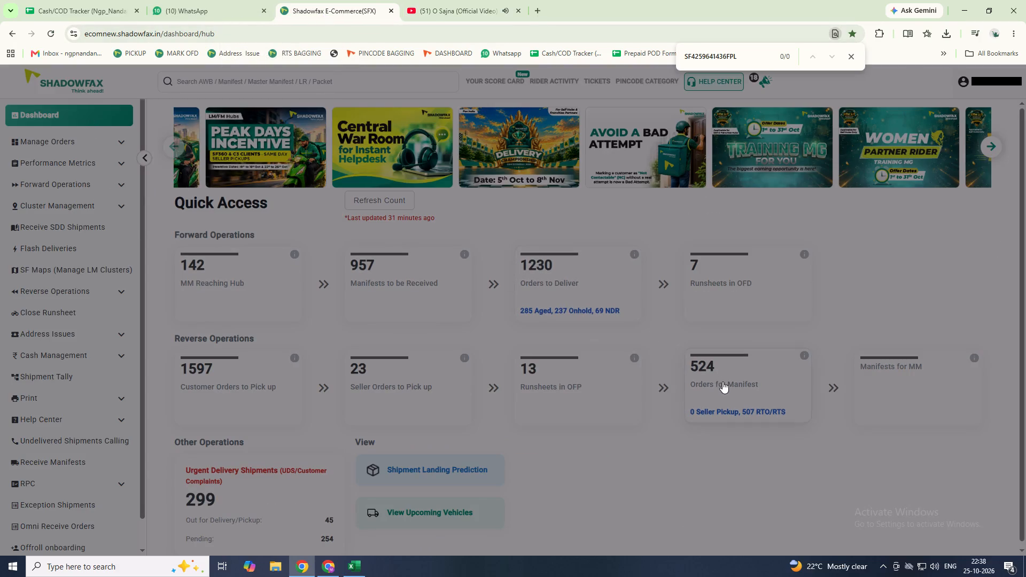
pyautogui.click(722, 381)
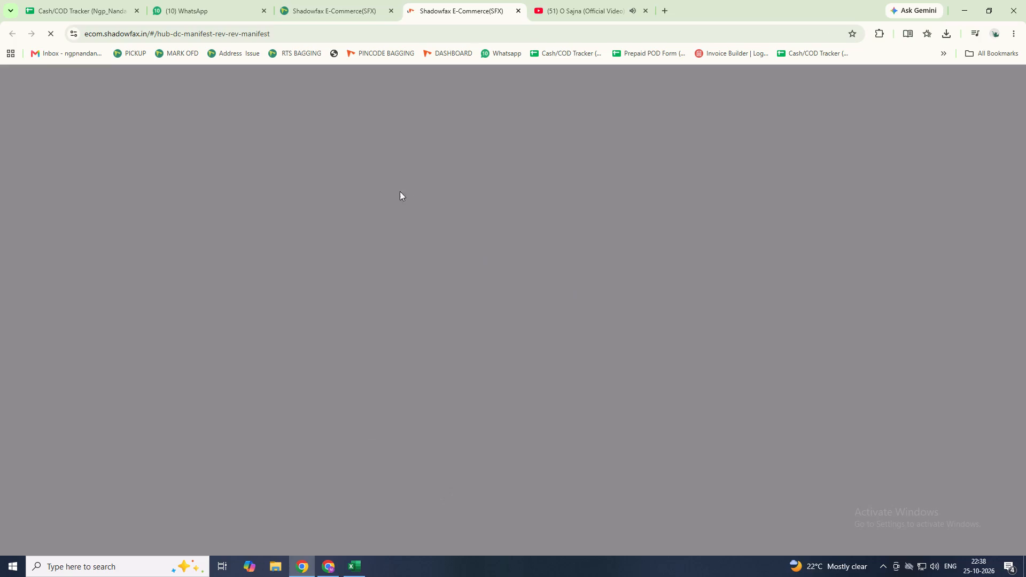
pyautogui.click(302, 153)
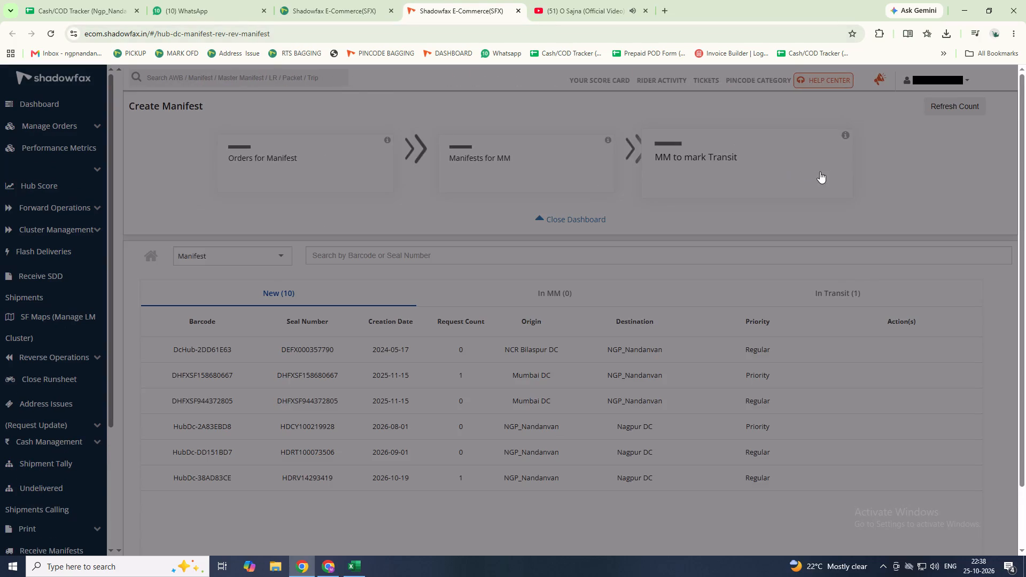
pyautogui.click(332, 174)
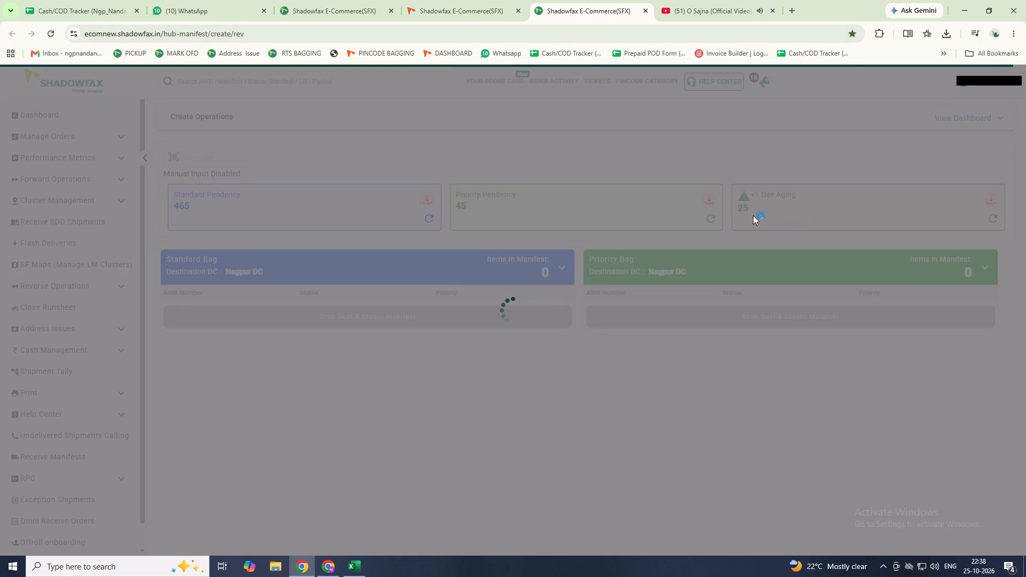
pyautogui.click(545, 154)
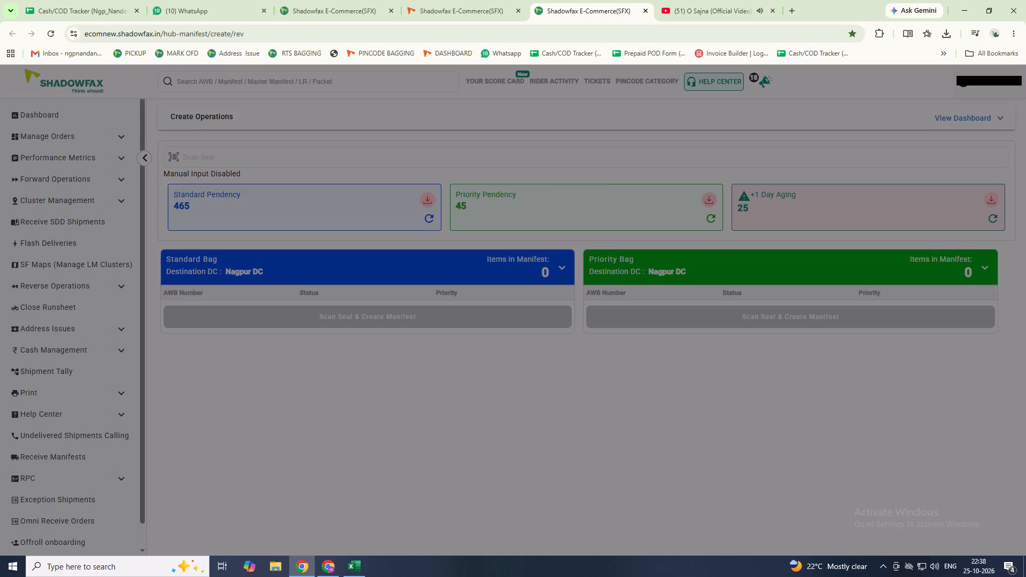
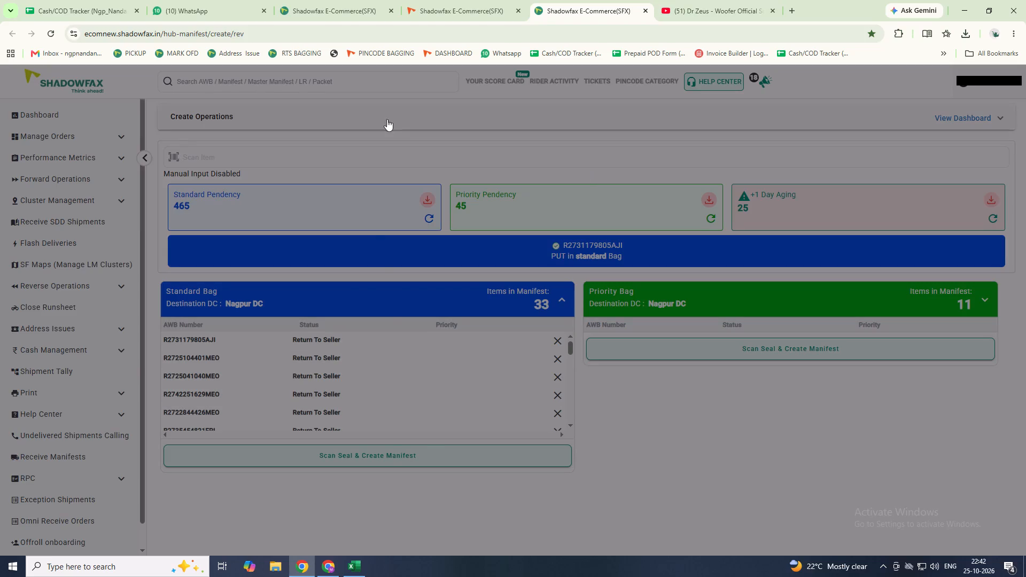
# Create the manifest for the Standard Bag bound for Nagpur DC using blue seal HDRY23569790.
pyautogui.click(394, 464)
pyautogui.click(455, 341)
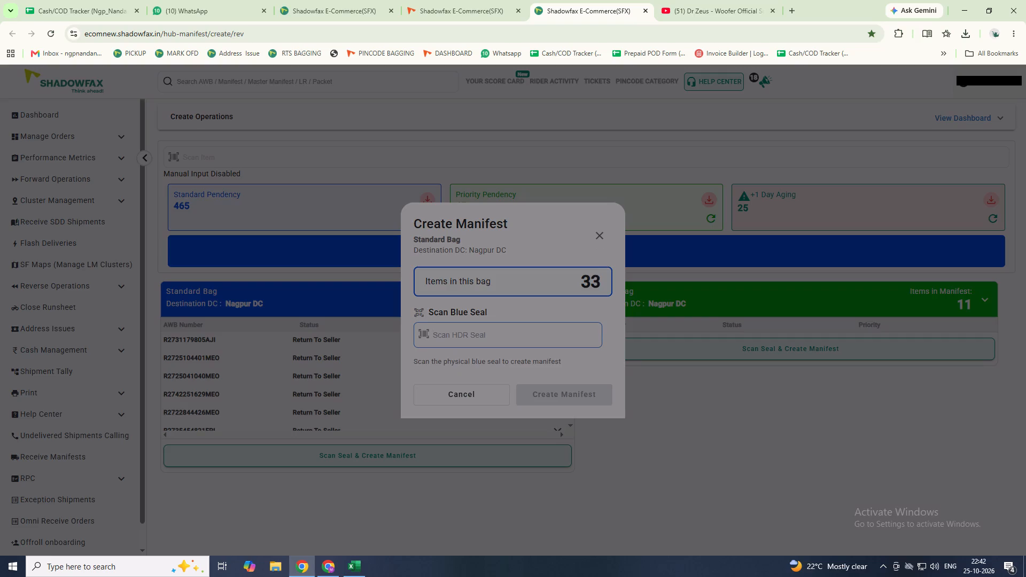
pyautogui.click(455, 341)
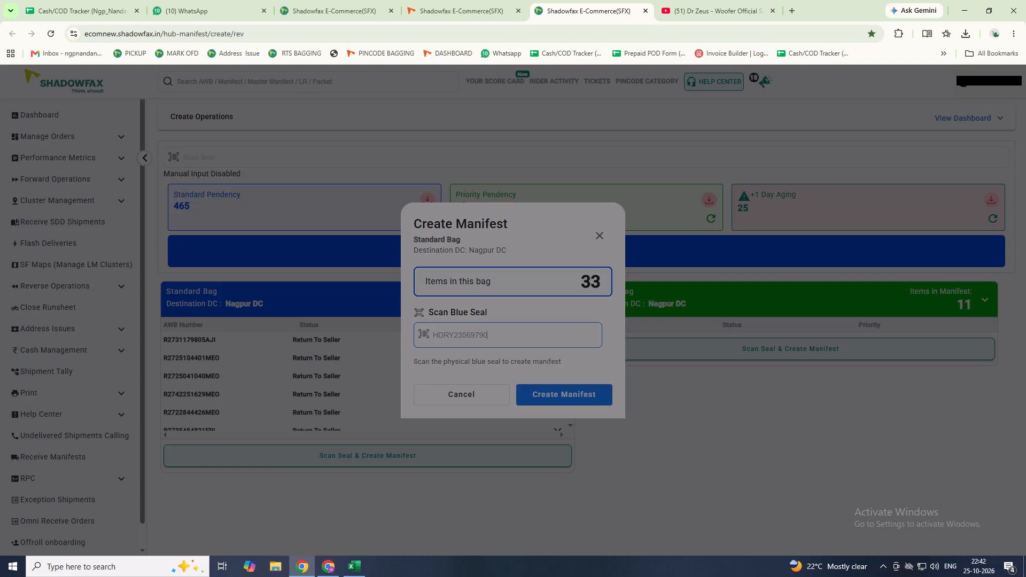
pyautogui.click(530, 393)
pyautogui.rightClick(530, 393)
pyautogui.click(535, 393)
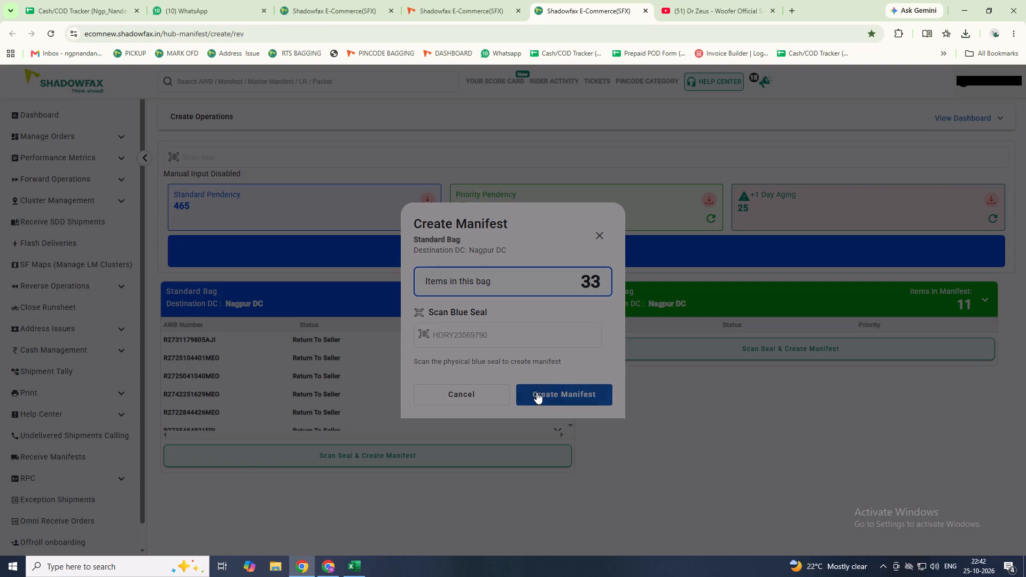
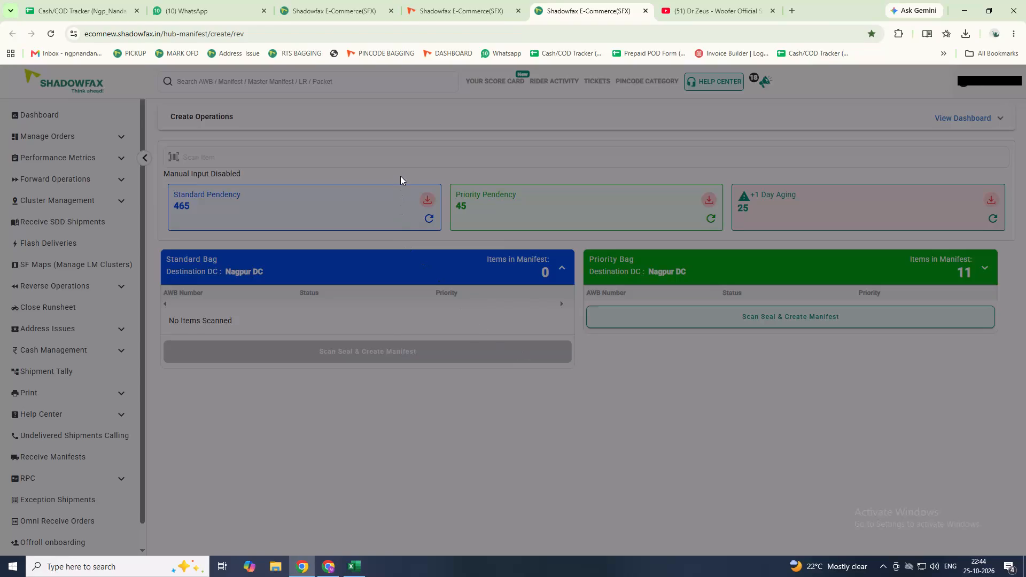
# Scan the next batch of return shipments into the Standard and Priority bags for Nagpur DC.
pyautogui.doubleClick(405, 153)
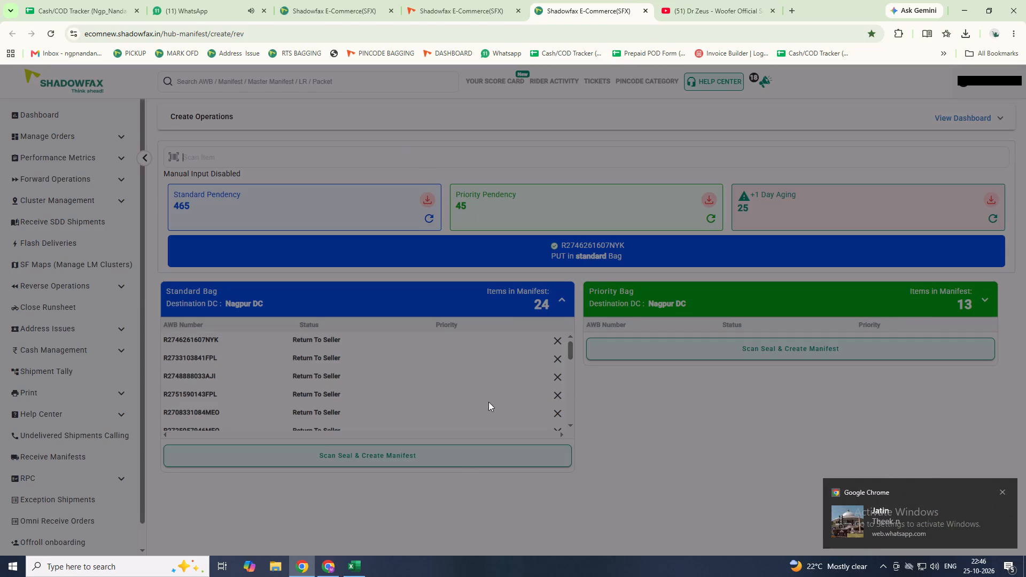
# Create the manifest for the Standard Bag bound for Nagpur DC using blue seal HDRY23569788.
pyautogui.click(457, 458)
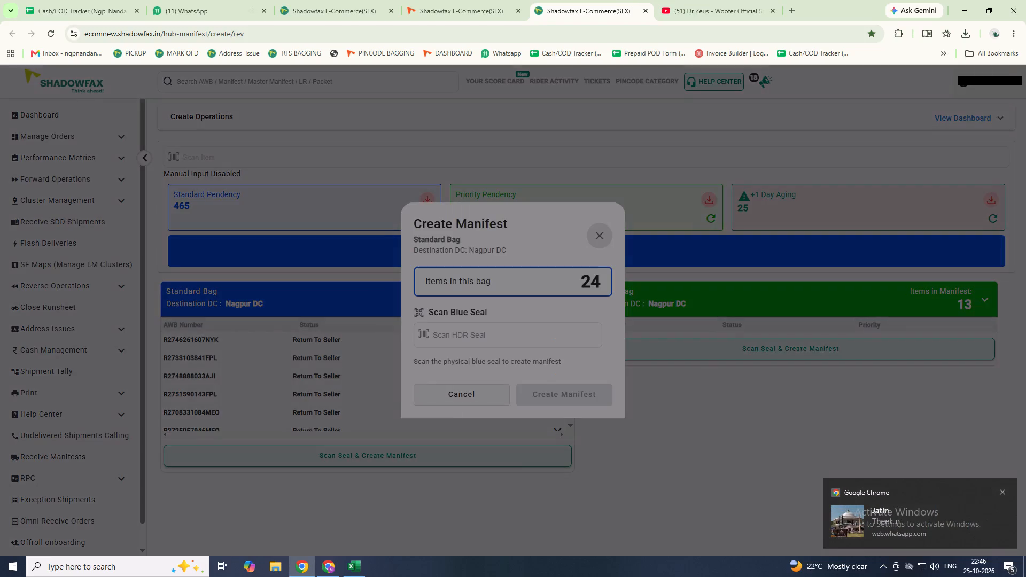
pyautogui.click(470, 337)
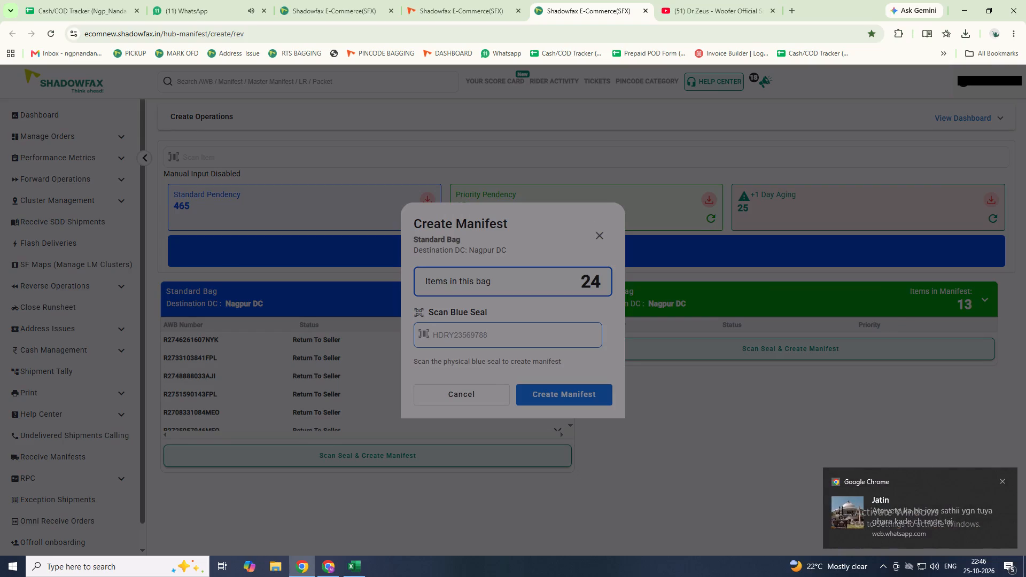
pyautogui.click(550, 399)
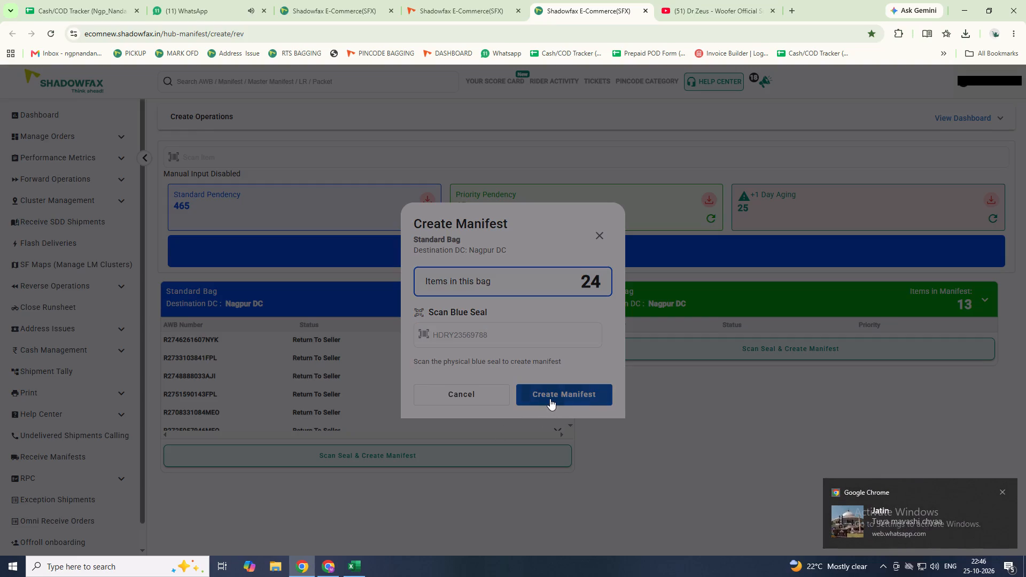
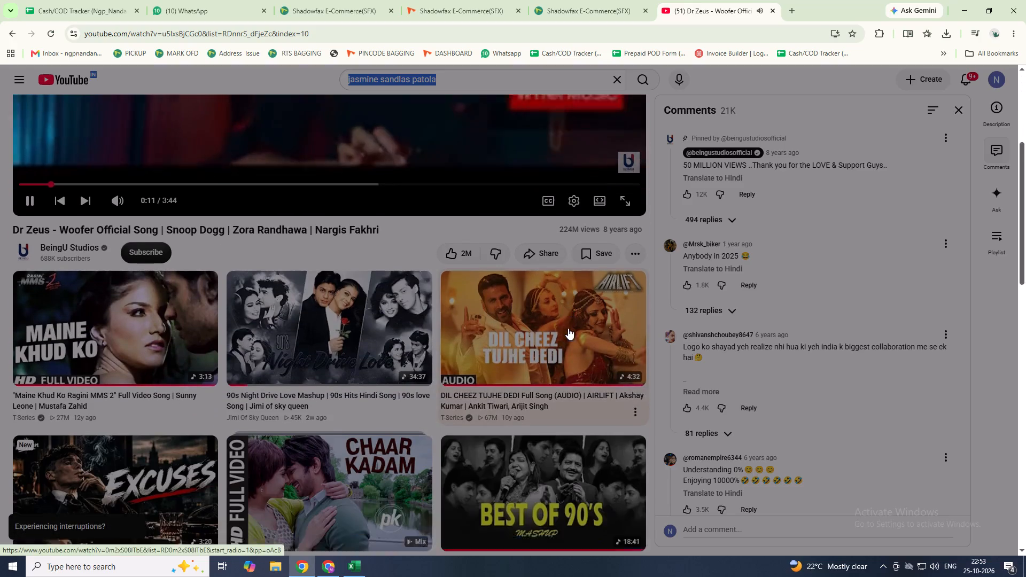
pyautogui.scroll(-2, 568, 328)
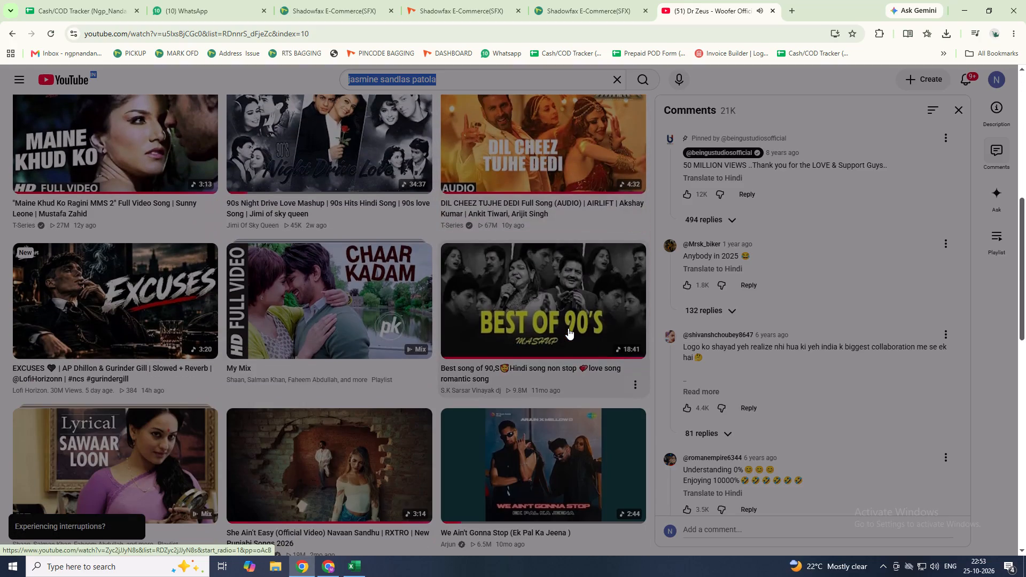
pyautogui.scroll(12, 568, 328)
# Switch back to the Shadowfax reverse manifest page and scan the next batch of return shipments into the bags for Nagpur DC.
pyautogui.click(574, 5)
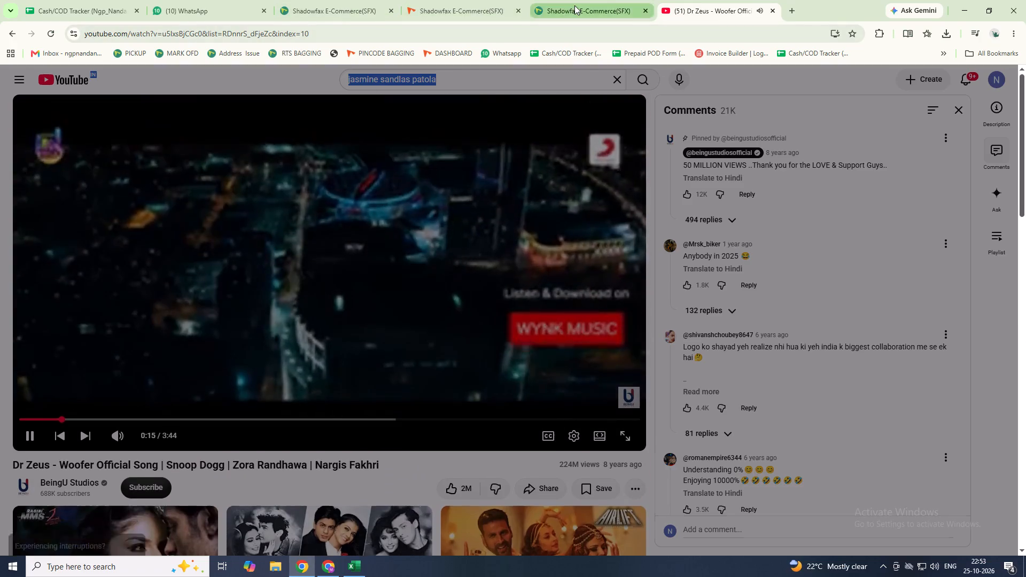
pyautogui.click(577, 159)
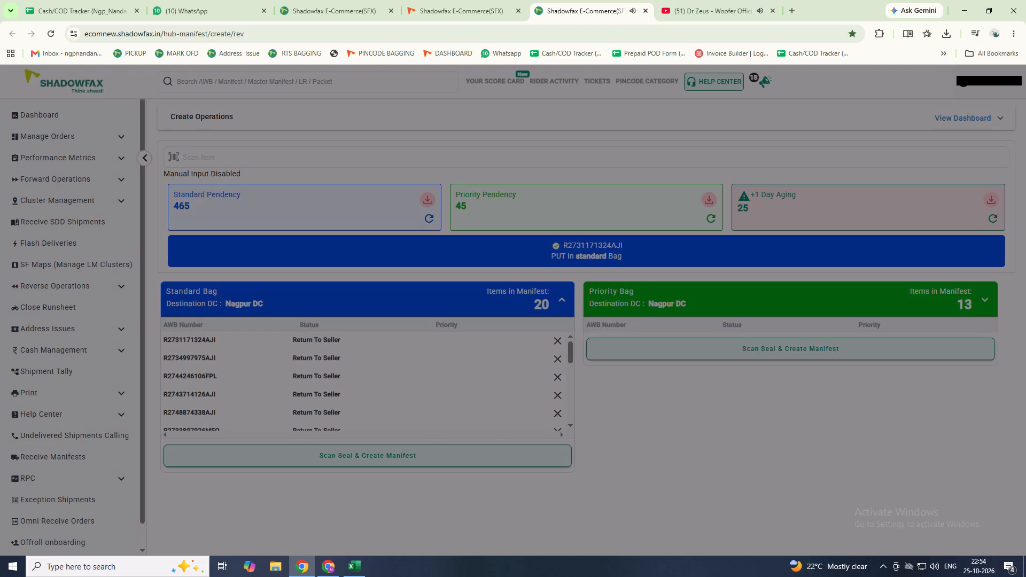
# Create the manifest for the Standard Bag bound for Nagpur DC using blue seal HDRY23569789.
pyautogui.click(406, 454)
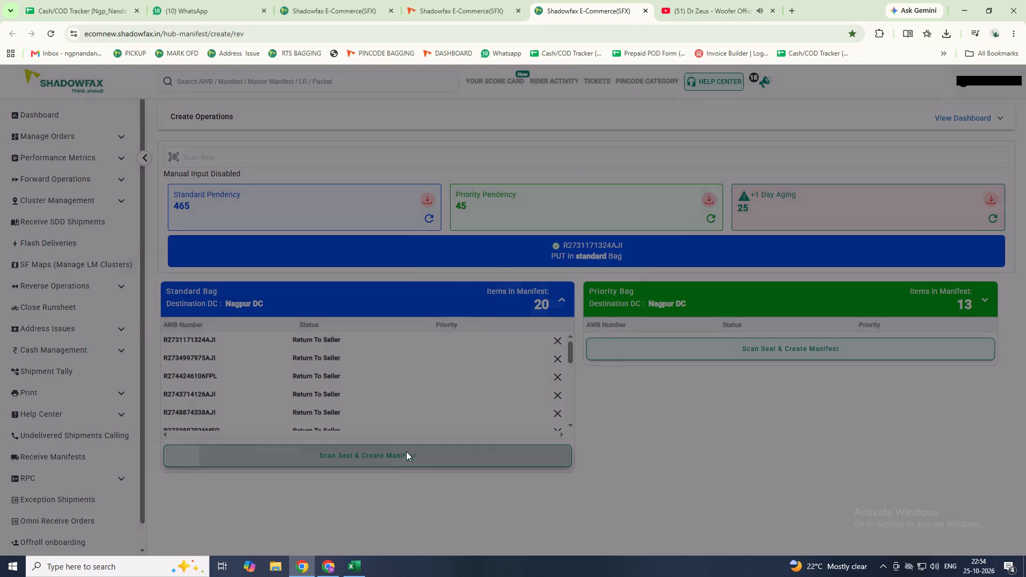
pyautogui.click(450, 334)
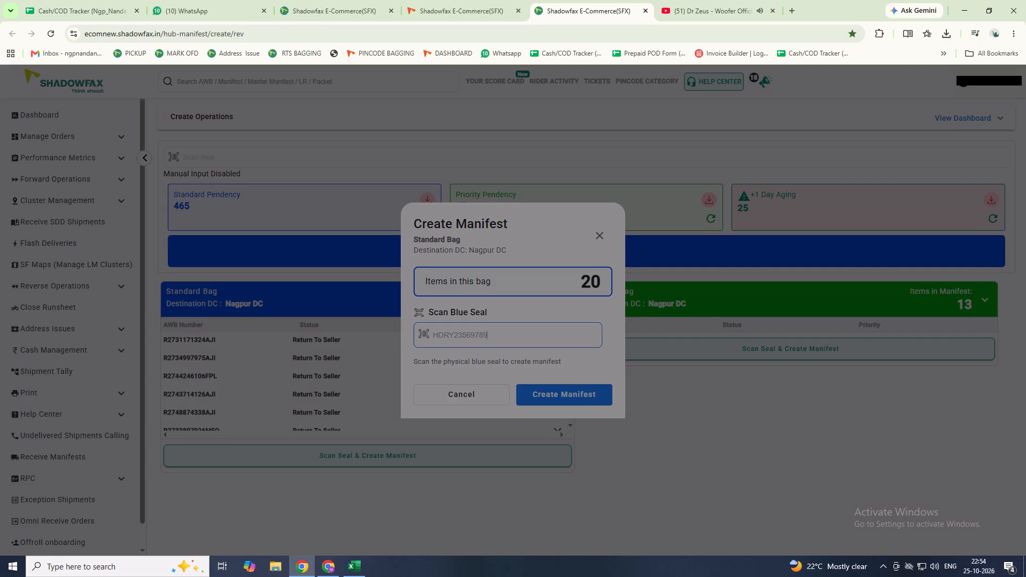
pyautogui.click(528, 395)
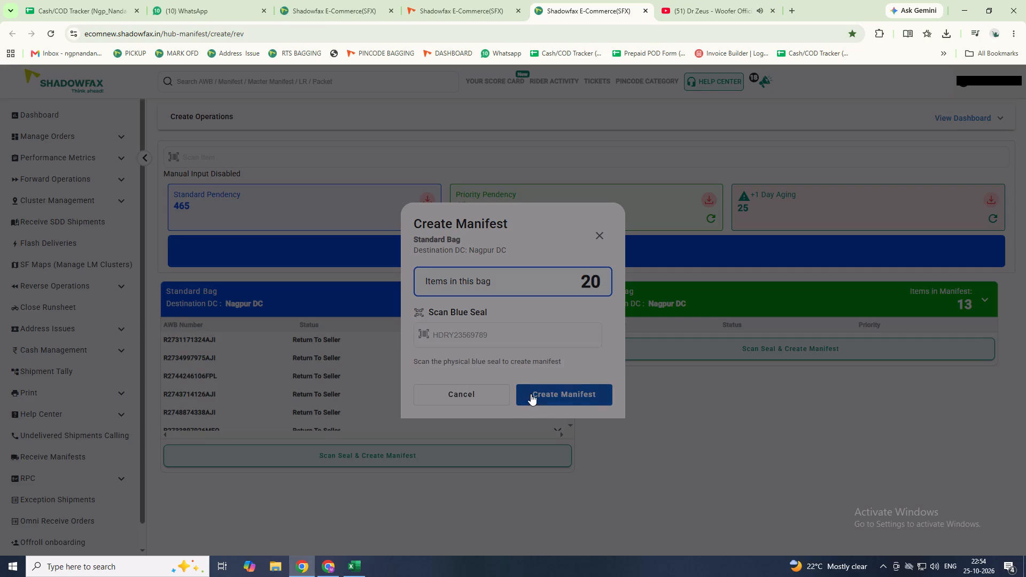
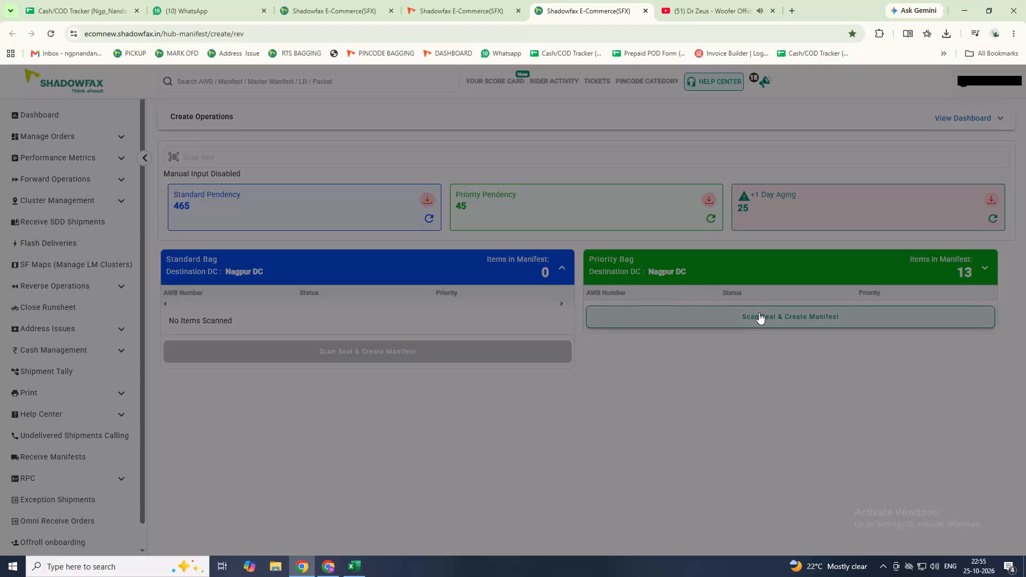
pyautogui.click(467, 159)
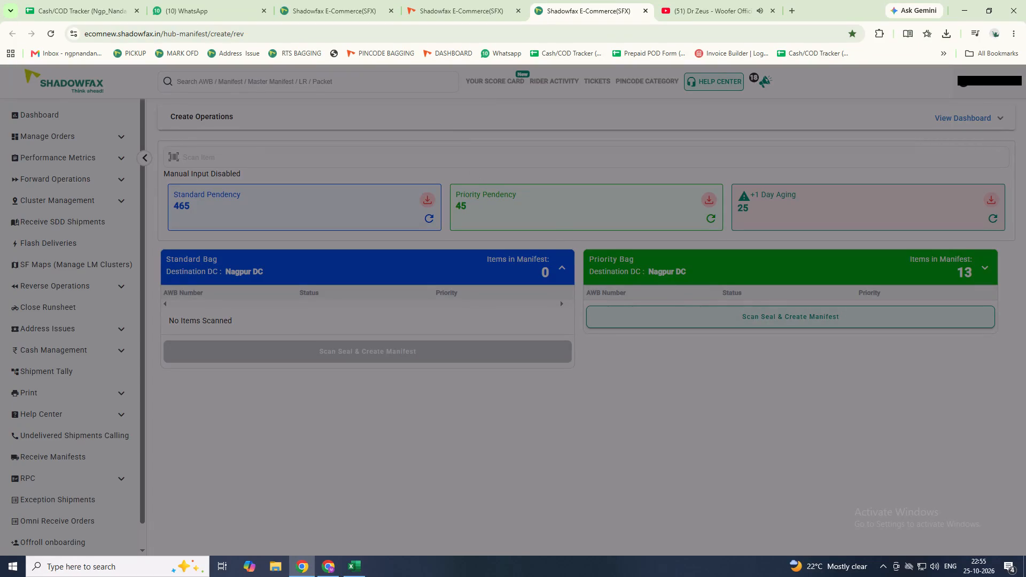
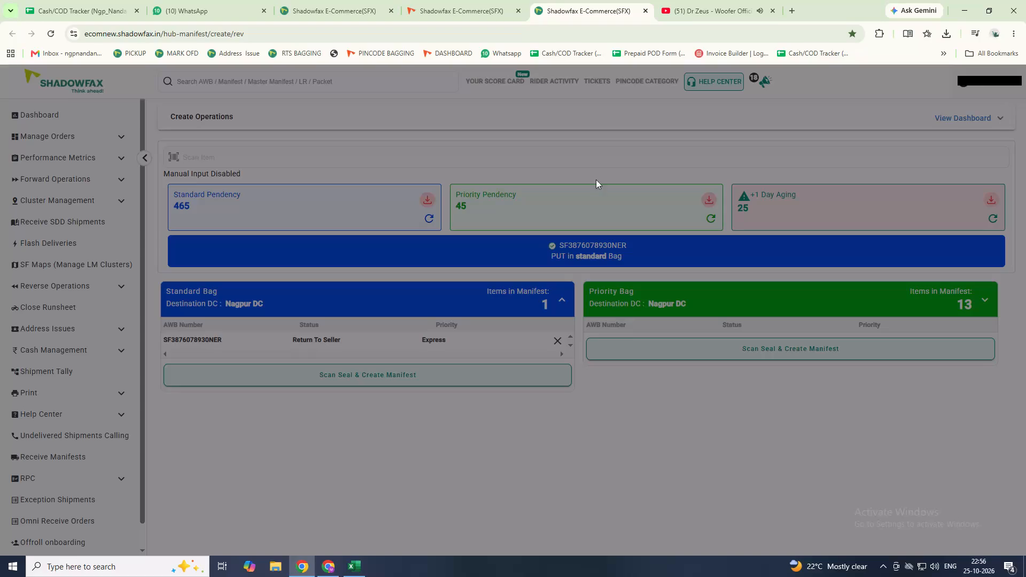
# Create the Priority Bag manifest for Nagpur DC, sealing the bag with green seal HDCI100071047.
pyautogui.click(644, 336)
pyautogui.click(662, 346)
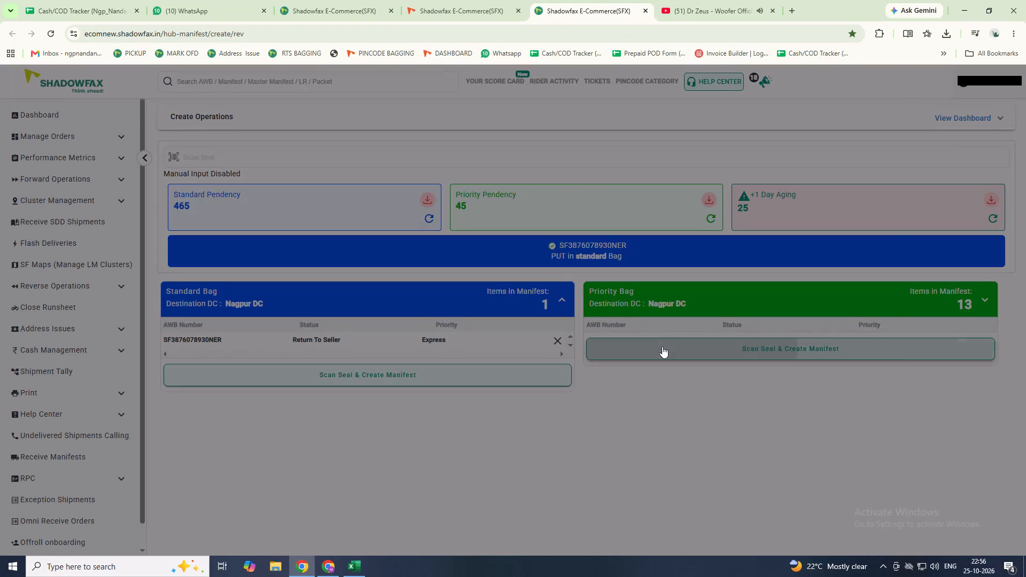
pyautogui.click(582, 343)
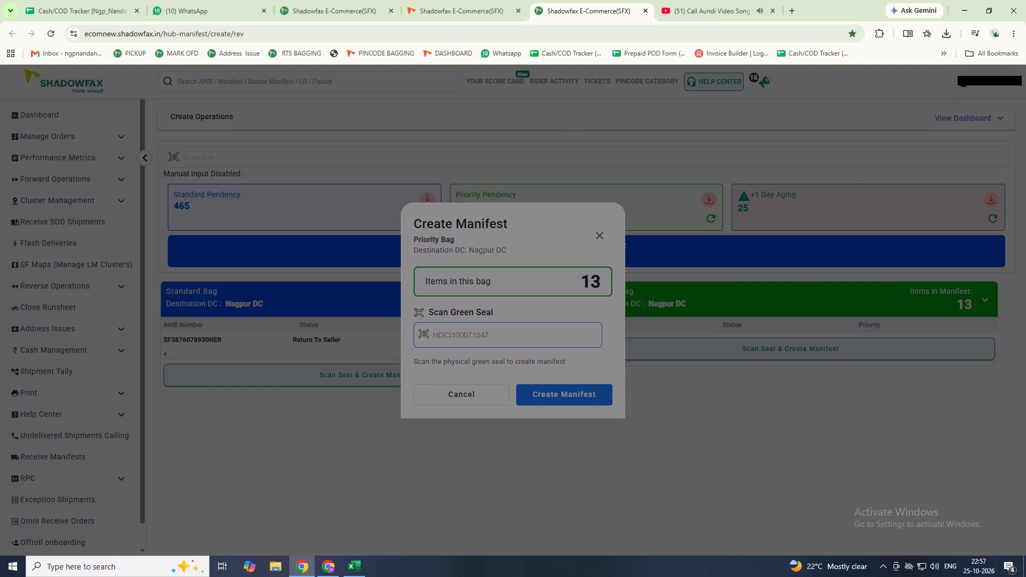
pyautogui.click(571, 391)
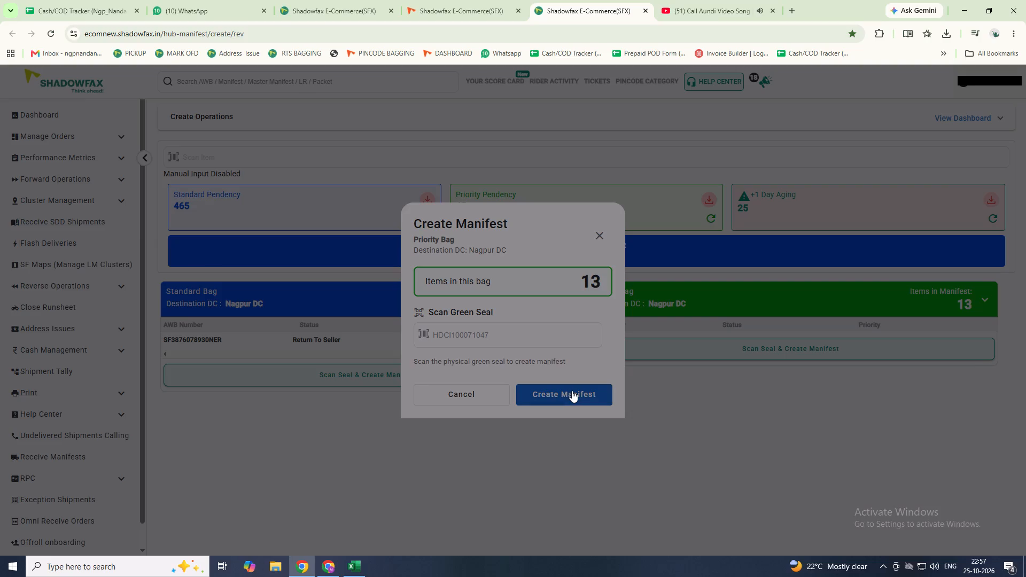
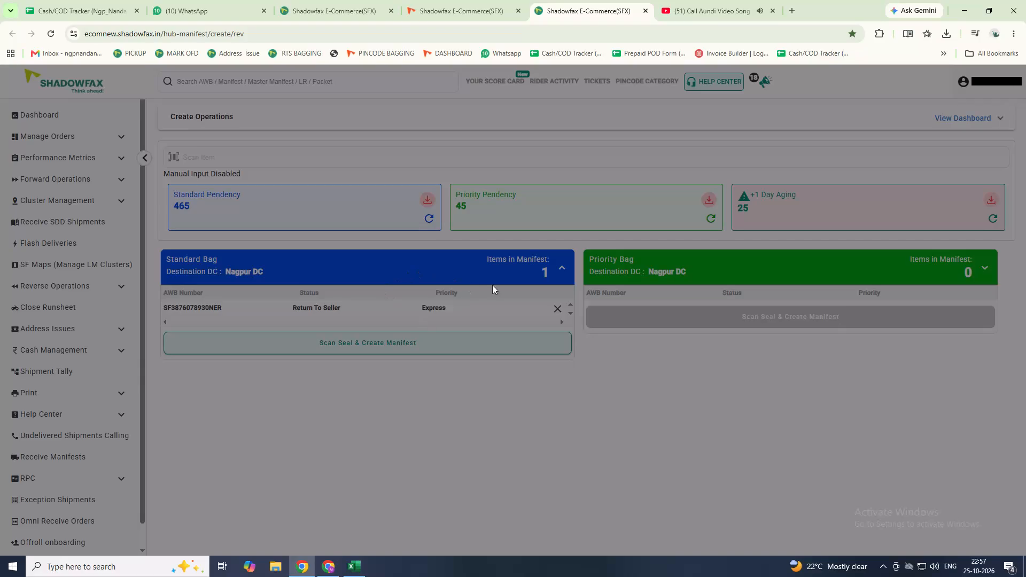
pyautogui.click(556, 309)
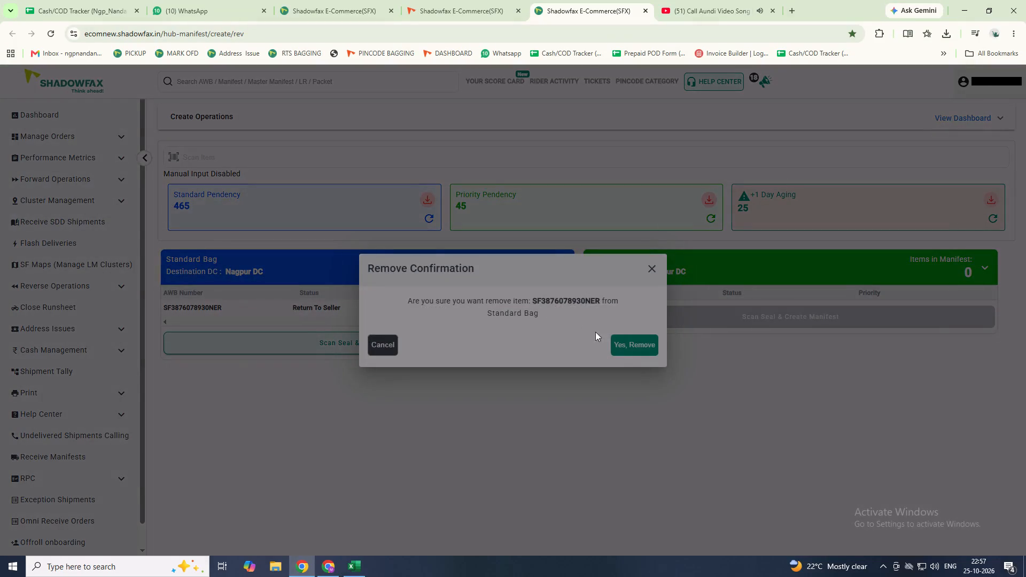
pyautogui.click(624, 348)
pyautogui.click(433, 159)
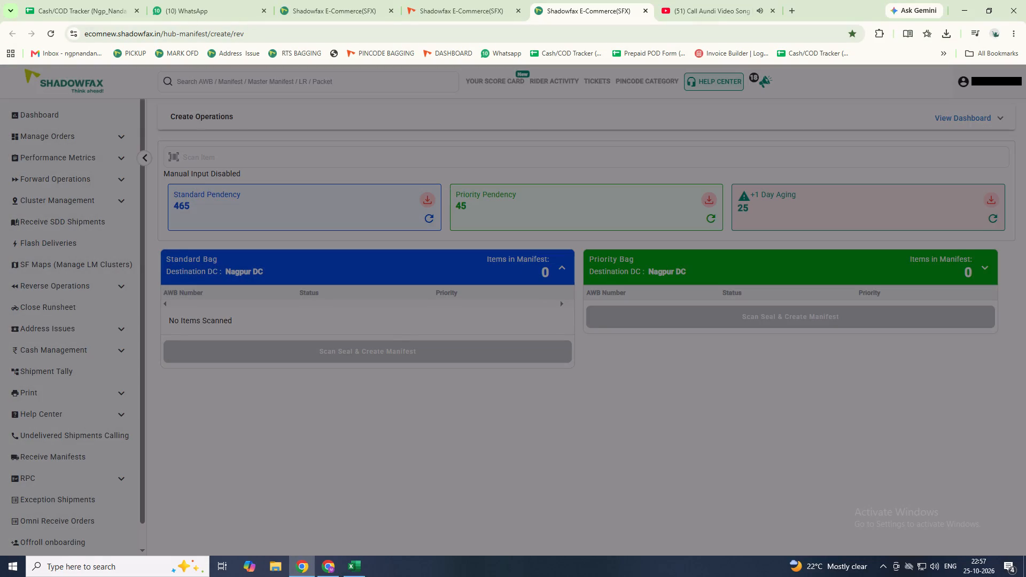
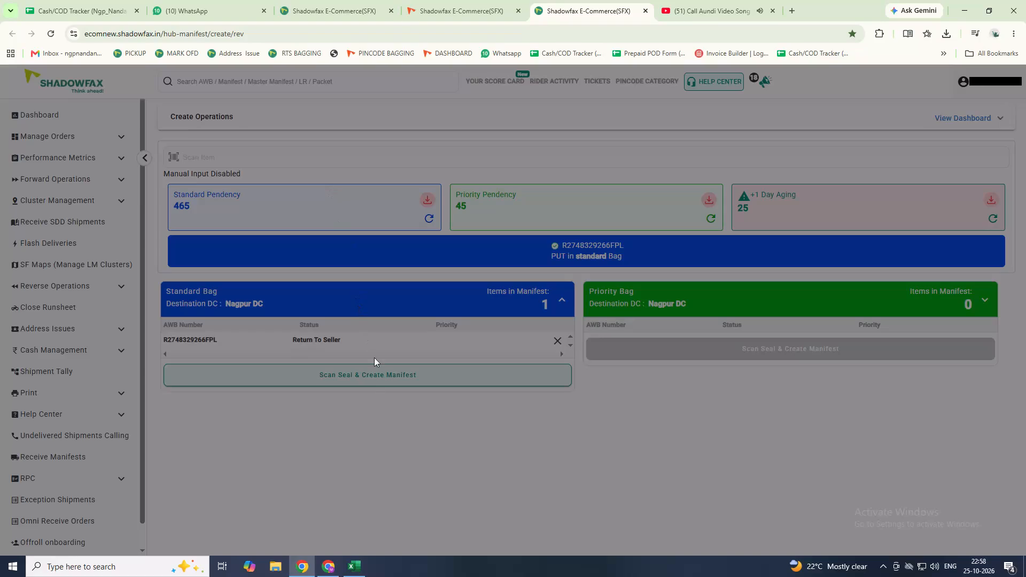
pyautogui.click(371, 383)
pyautogui.click(450, 335)
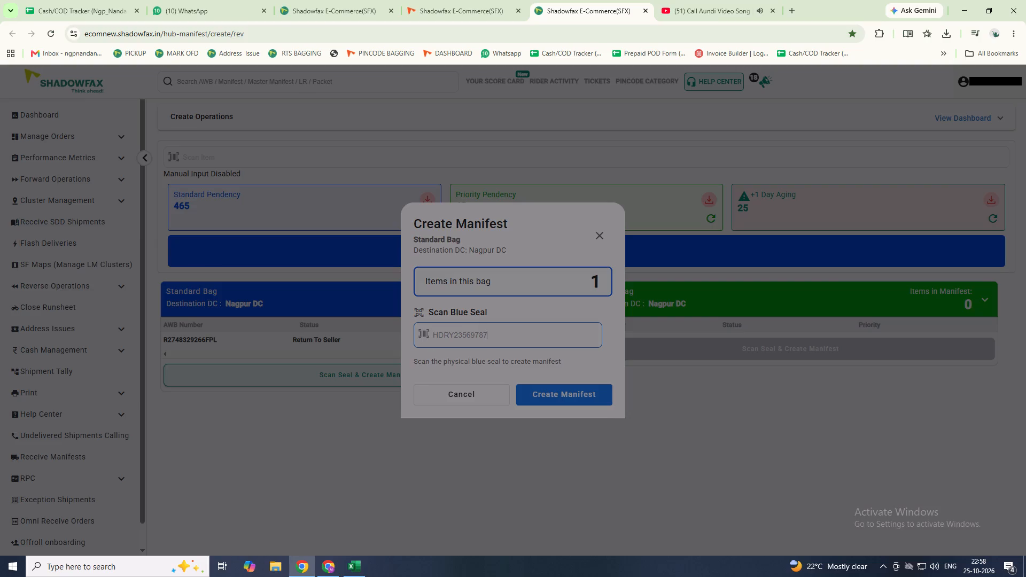
pyautogui.click(560, 393)
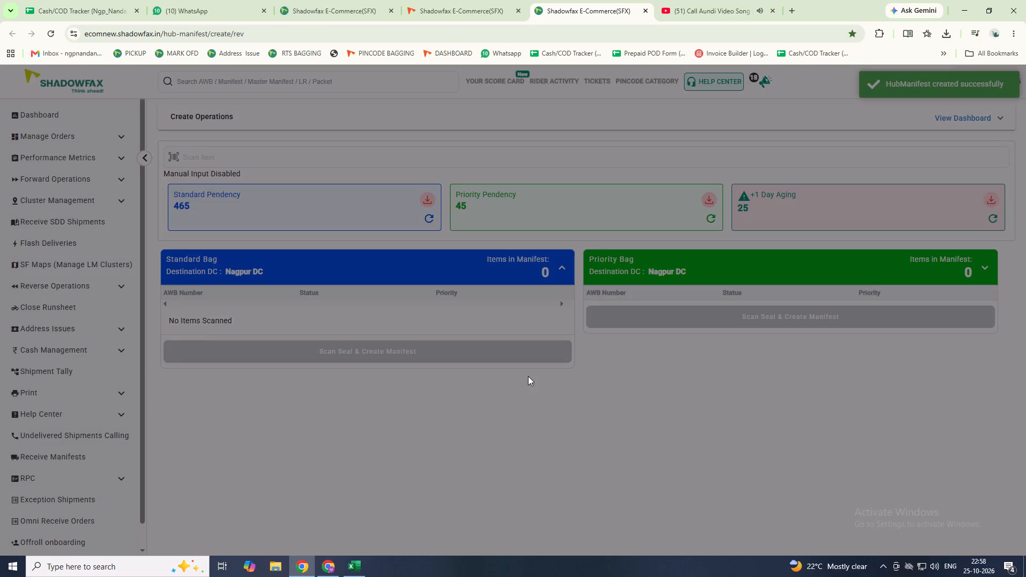